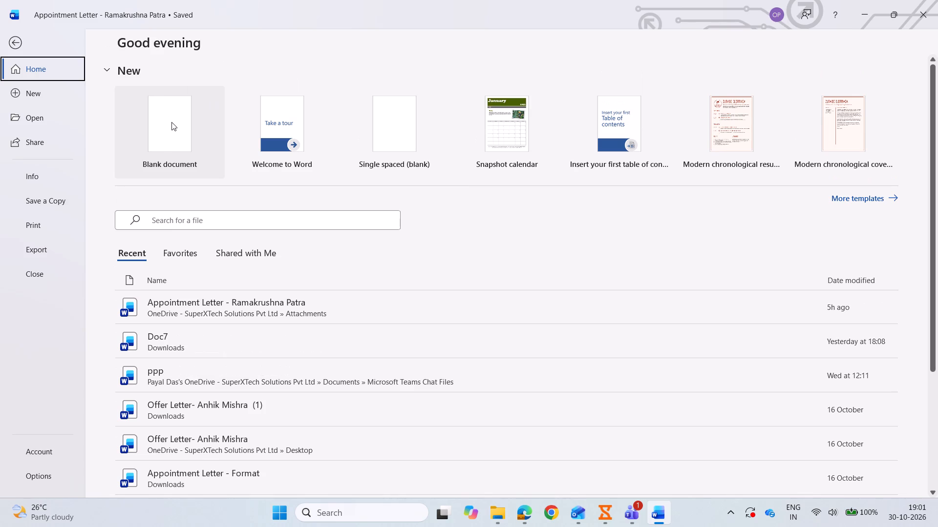
Create a blank Word document and paste the copied walk-in interview email into it.
click(171, 122)
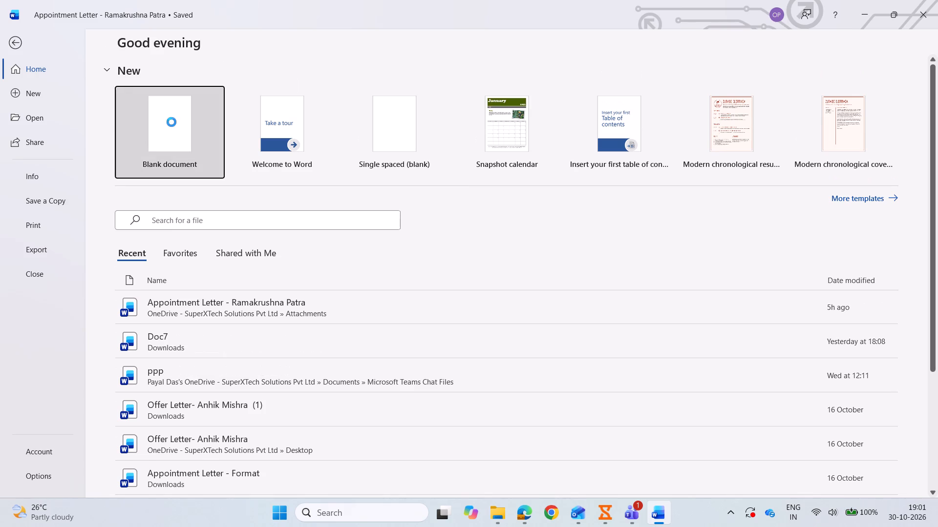
key(ctrl+v)
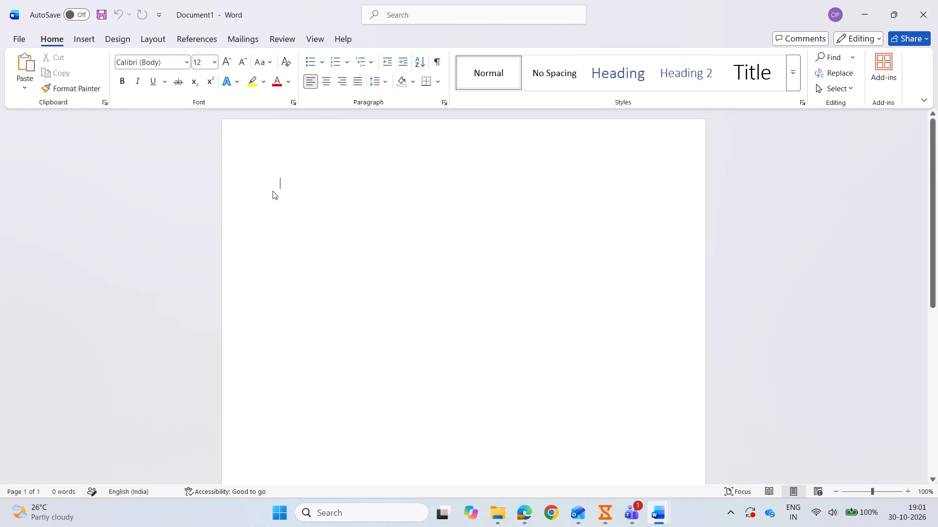
scroll(340, 228, up, 4)
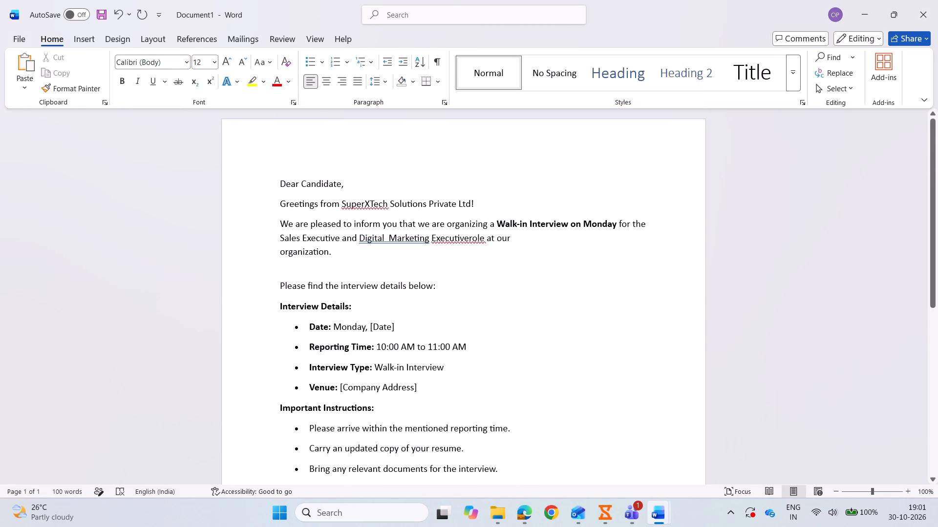
Correct the spacing in the opening paragraph so it reads "Digital Marketing Executive role".
click(408, 237)
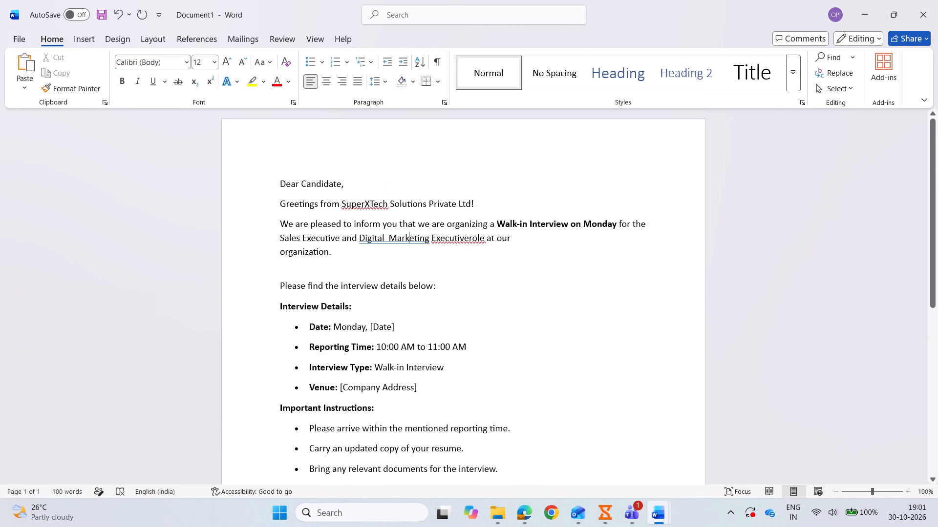
click(391, 237)
key(BackSpace)
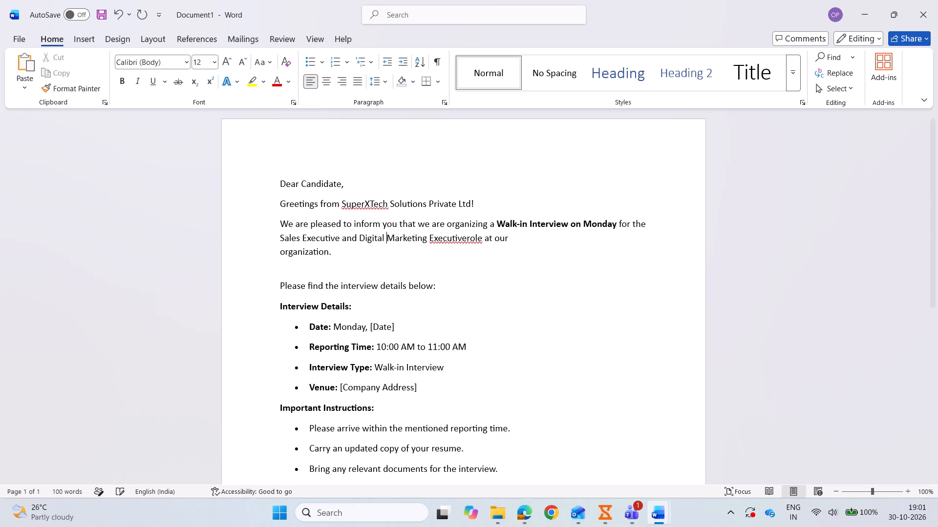
click(467, 239)
key(space)
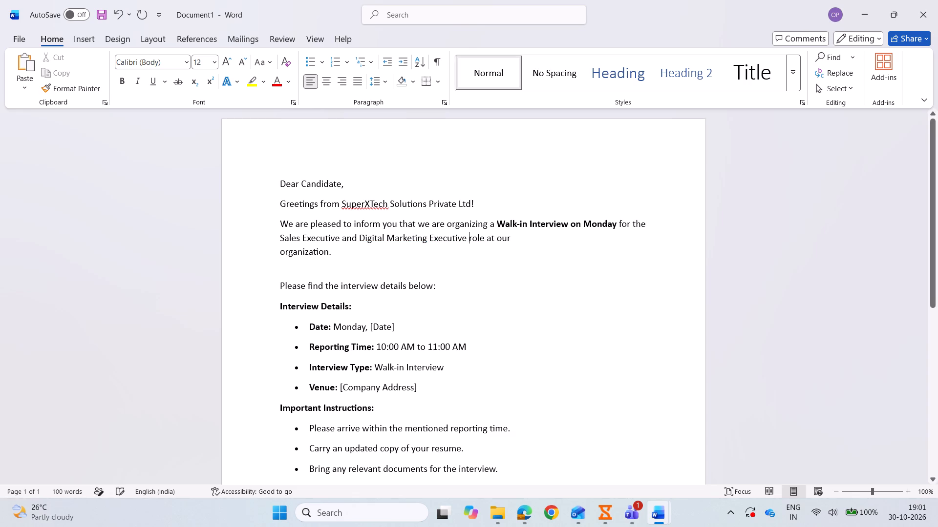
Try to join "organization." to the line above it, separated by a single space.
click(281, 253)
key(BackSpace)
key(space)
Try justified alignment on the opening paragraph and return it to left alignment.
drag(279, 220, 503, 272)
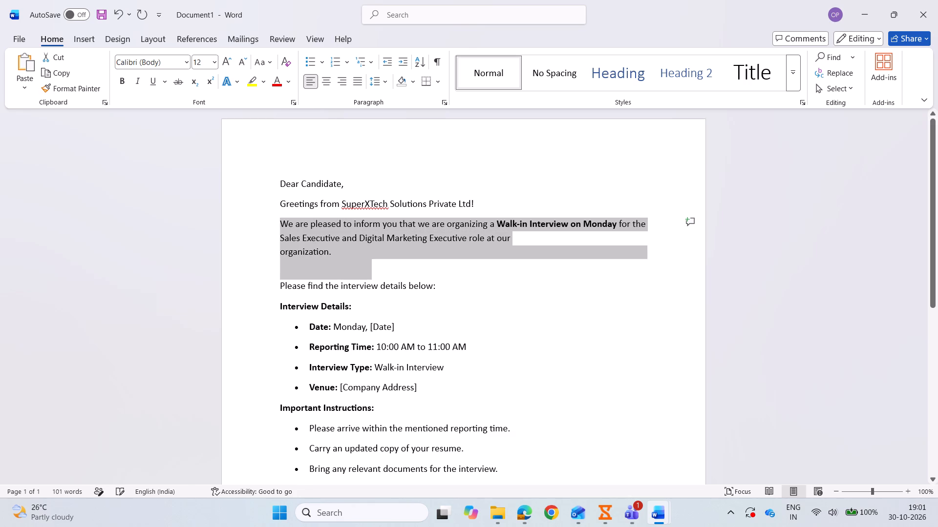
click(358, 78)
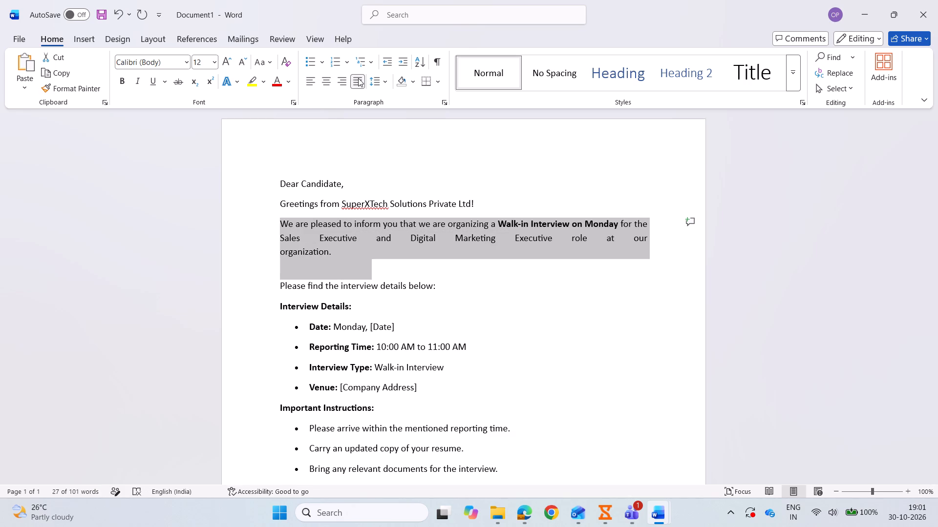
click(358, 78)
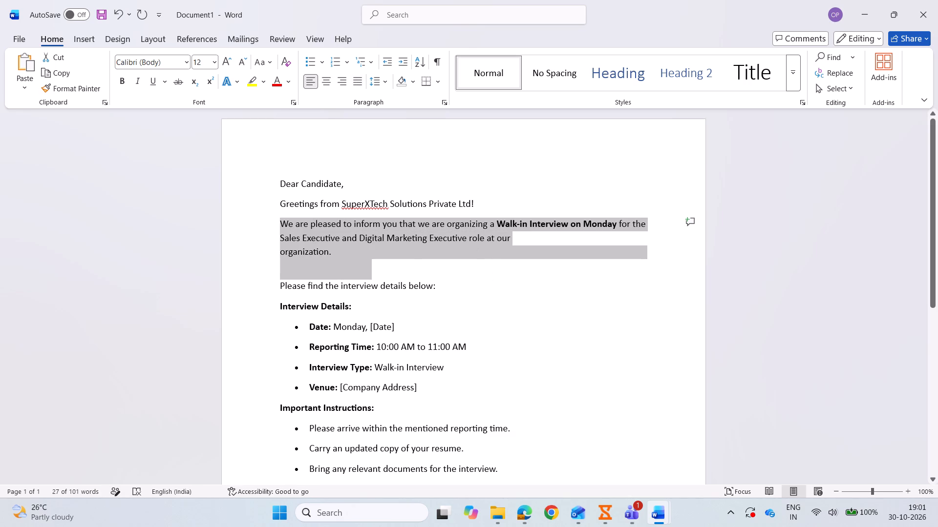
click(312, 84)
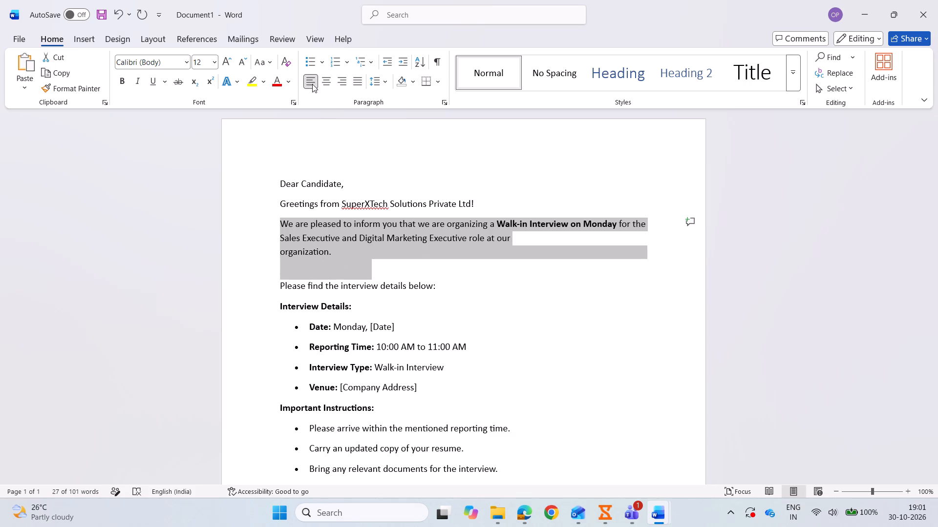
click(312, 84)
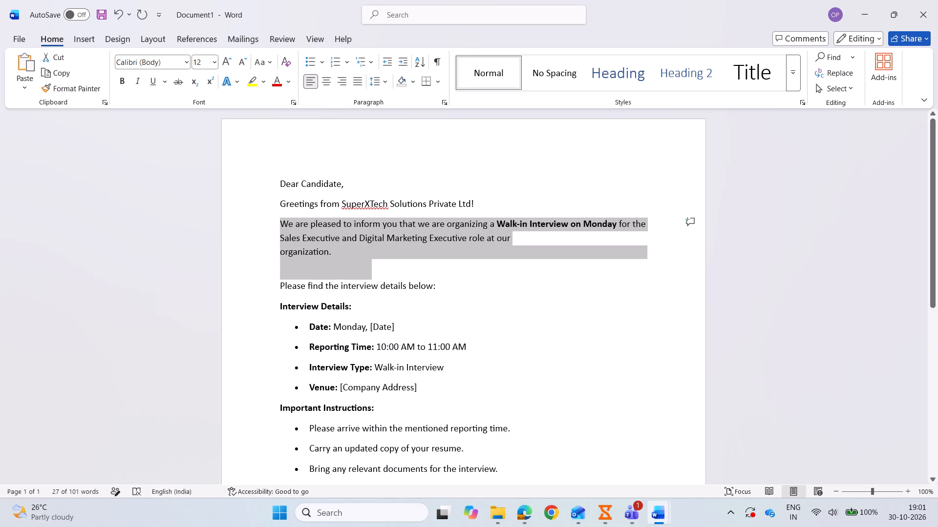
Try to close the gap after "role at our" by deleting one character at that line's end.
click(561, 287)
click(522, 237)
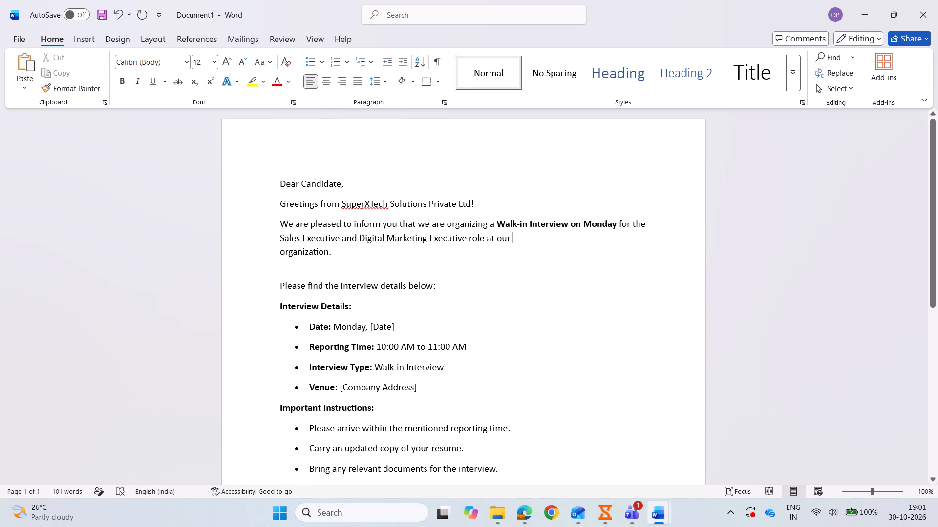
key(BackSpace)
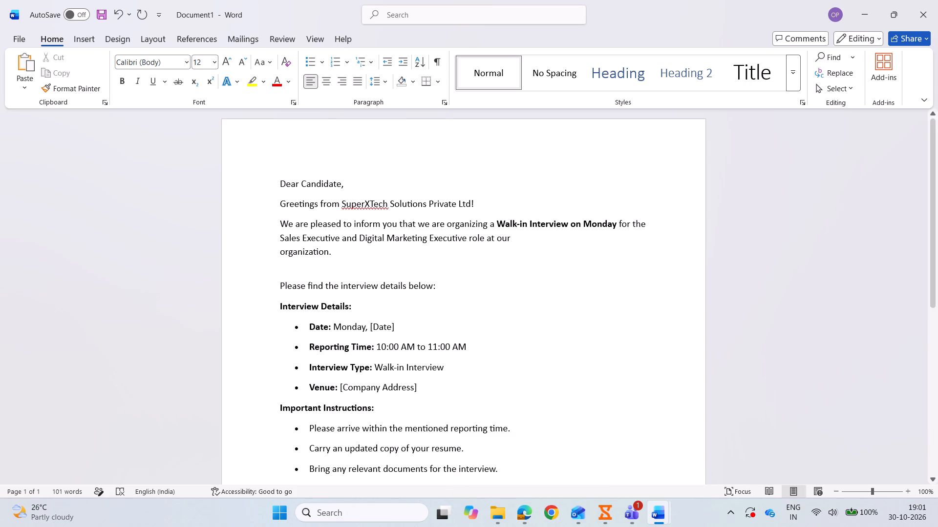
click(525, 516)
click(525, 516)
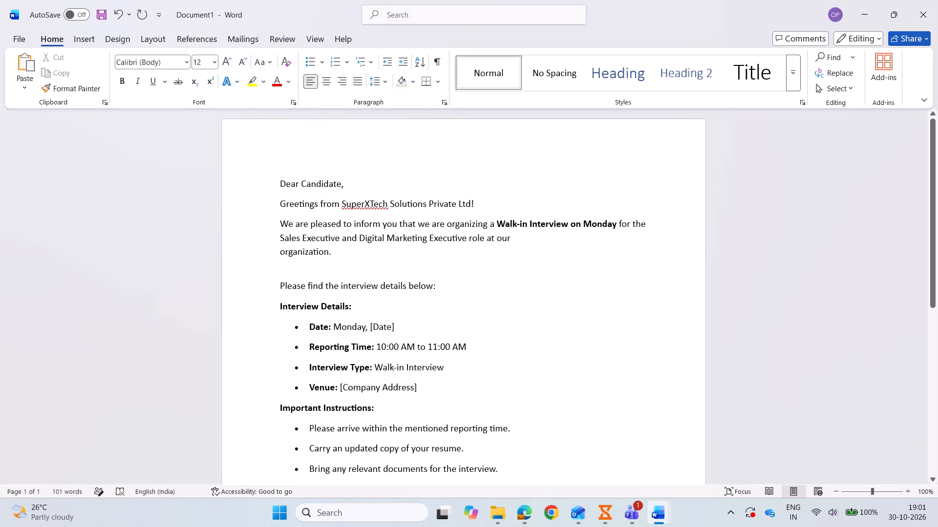
Replace the [Date] placeholder in the interview details with 2nd Nov 2026, using a lowercase "nd".
click(398, 327)
key(BackSpace)
key(BackSpace)
key(BackSpace)
key(BackSpace)
key(BackSpace)
key(BackSpace)
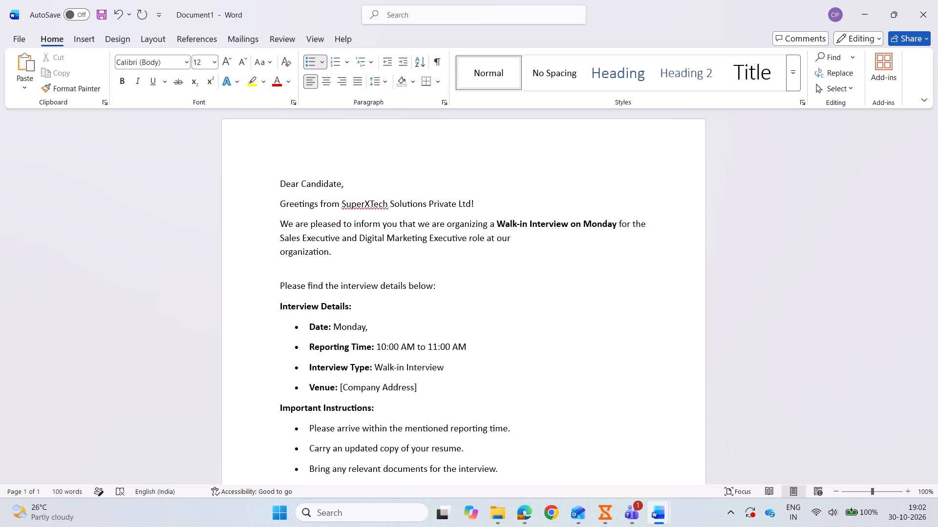
text(2ND)
key(space)
key(BackSpace)
key(BackSpace)
key(BackSpace)
text(nd)
key(space)
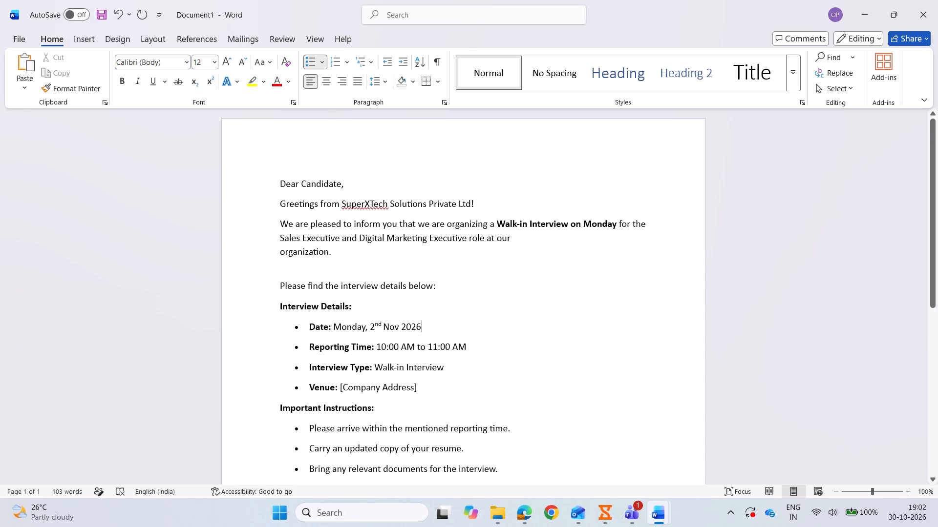
Delete the [Company Address] placeholder from the Venue line, leaving a space after the label.
scroll(416, 379, down, 1)
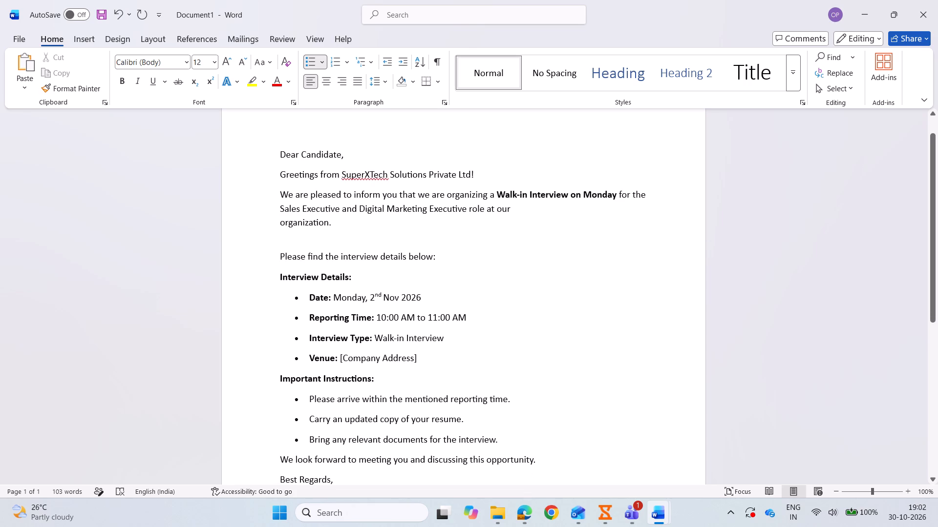
click(423, 360)
key(BackSpace)
key(BackSpace)
key(BackSpace)
key(BackSpace)
key(BackSpace)
key(BackSpace)
key(BackSpace)
key(BackSpace)
key(BackSpace)
key(BackSpace)
key(BackSpace)
key(BackSpace)
key(BackSpace)
key(BackSpace)
key(BackSpace)
key(BackSpace)
key(BackSpace)
key(BackSpace)
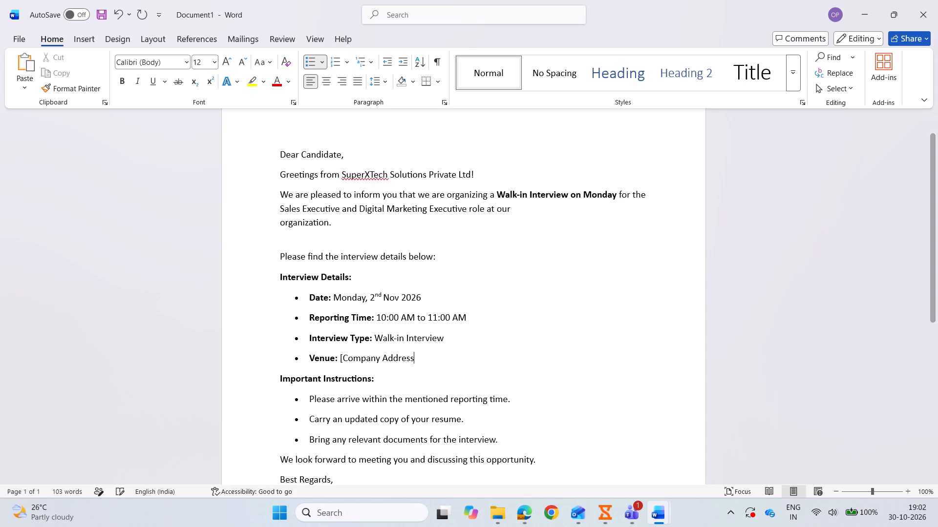
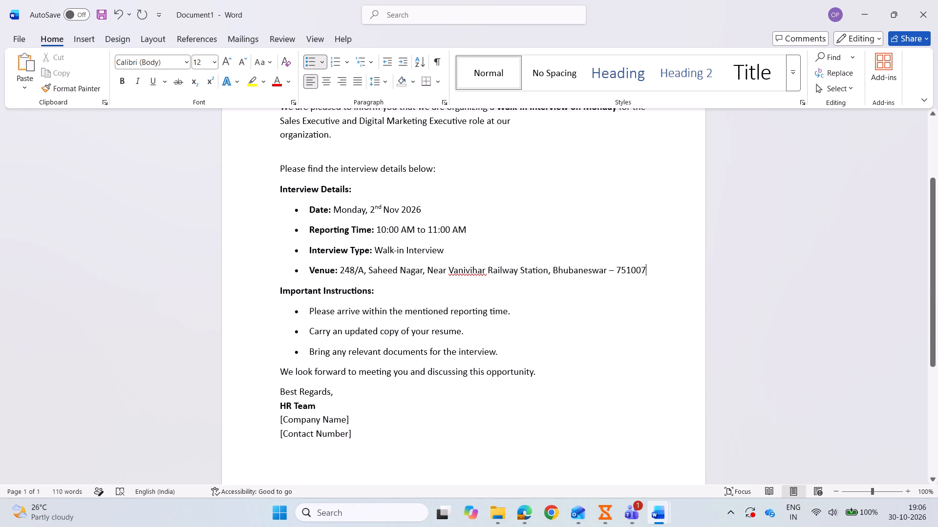
Replace the [Company Name] placeholder in the signature with SuperXTech Solutions Private Ltd.
click(354, 419)
key(BackSpace)
key(BackSpace)
key(BackSpace)
key(BackSpace)
key(BackSpace)
key(BackSpace)
key(BackSpace)
key(BackSpace)
key(BackSpace)
key(BackSpace)
key(BackSpace)
key(BackSpace)
key(BackSpace)
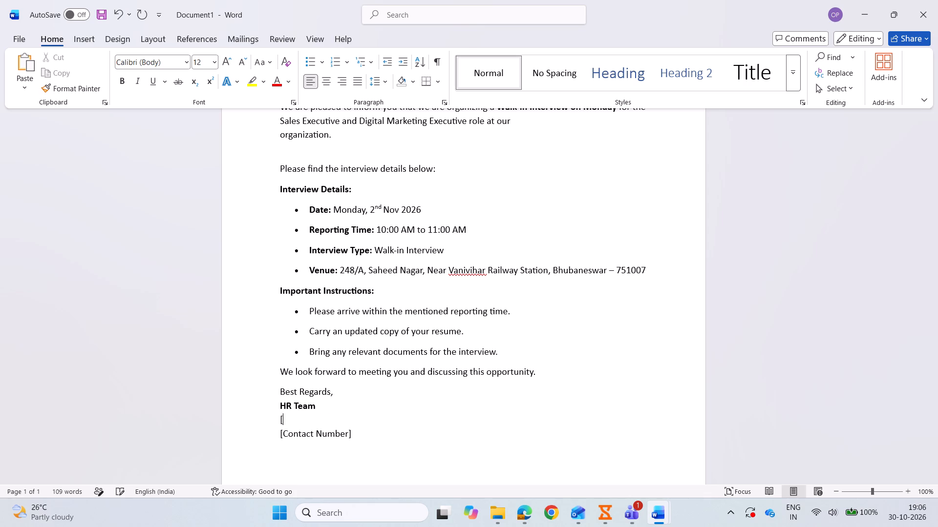
key(BackSpace)
key(s)
text(ech)
key(space)
key(s)
text(olutions)
key(space)
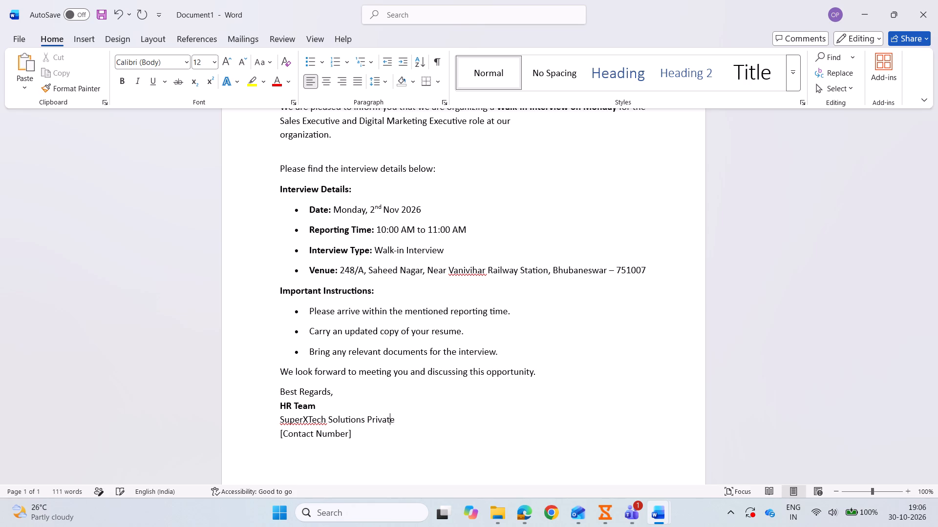
text(td)
key(period)
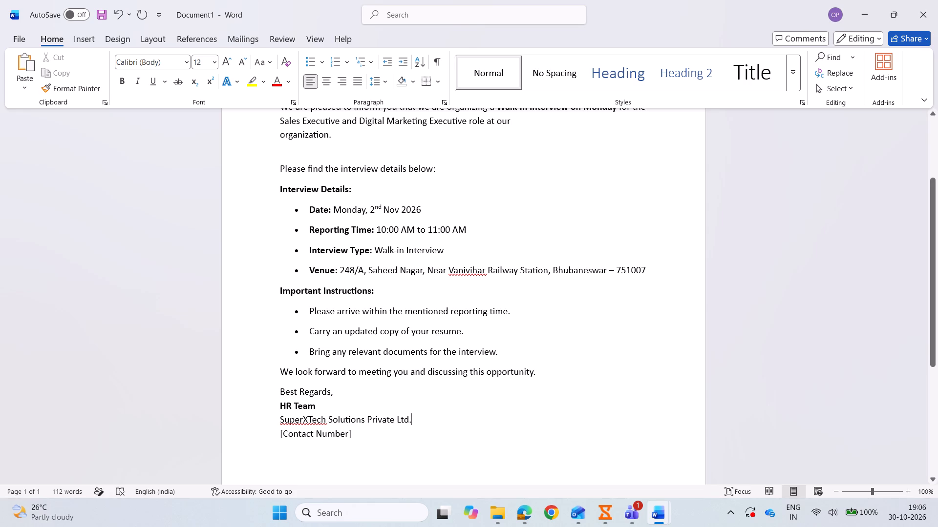
Delete the [Contact Number] placeholder from the signature's last line.
click(350, 435)
key(BackSpace)
key(BackSpace)
key(BackSpace)
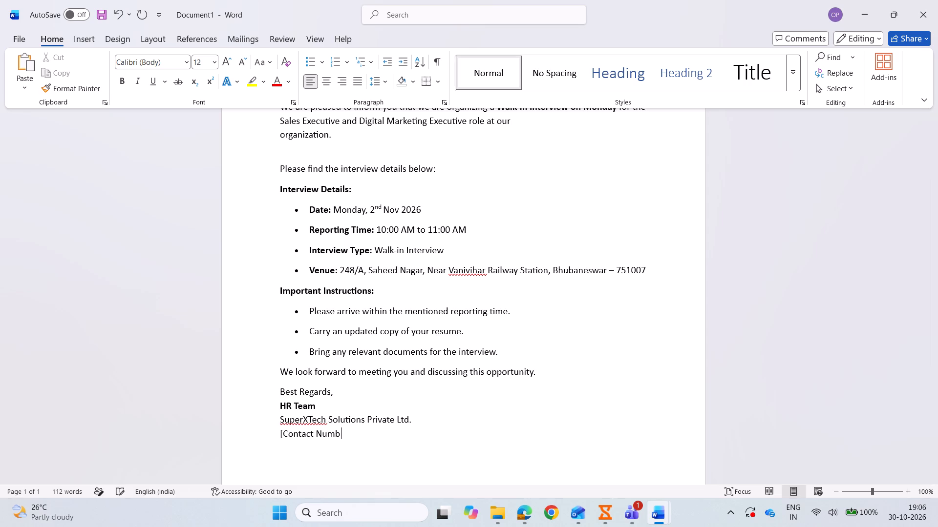
key(BackSpace)
key(BackSpace)
key(BackSpace)
key(BackSpace)
key(BackSpace)
key(BackSpace)
key(BackSpace)
key(BackSpace)
key(BackSpace)
key(BackSpace)
key(BackSpace)
key(BackSpace)
key(BackSpace)
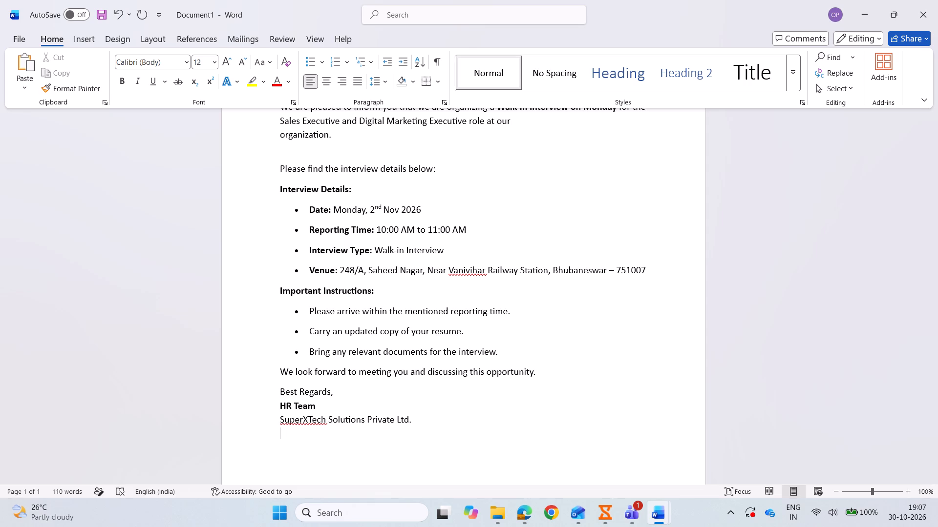
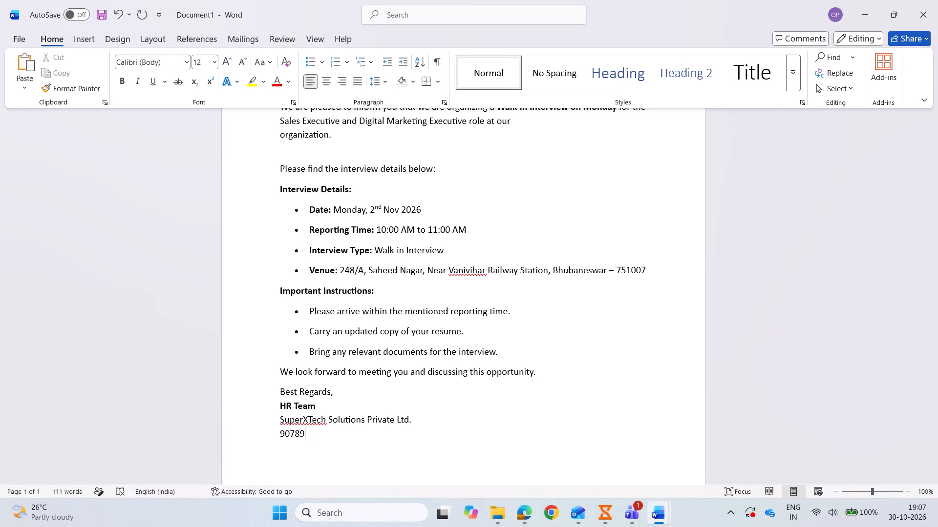
Finish entering the company's contact number on the signature's last line, below the company name.
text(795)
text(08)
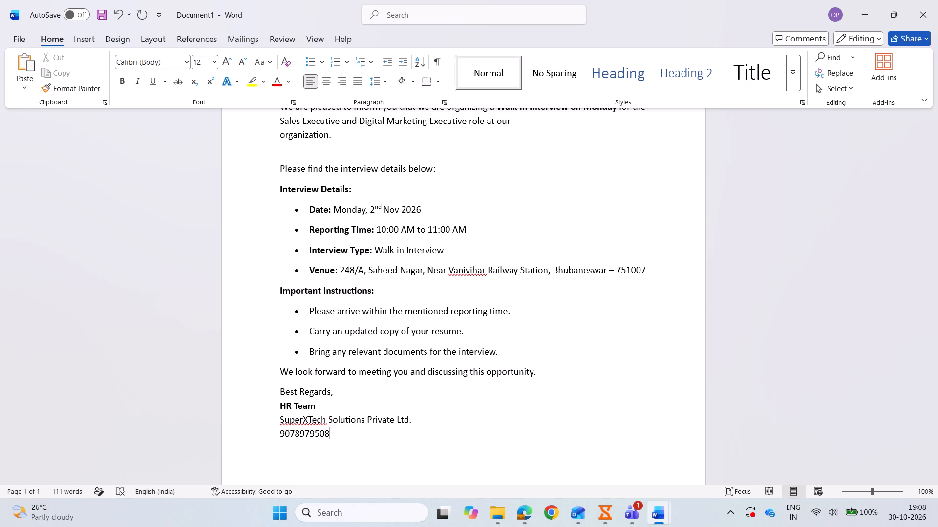
Insert a blank line between the closing sentence "We look forward to meeting you..." and "Best Regards,".
scroll(453, 374, down, 3)
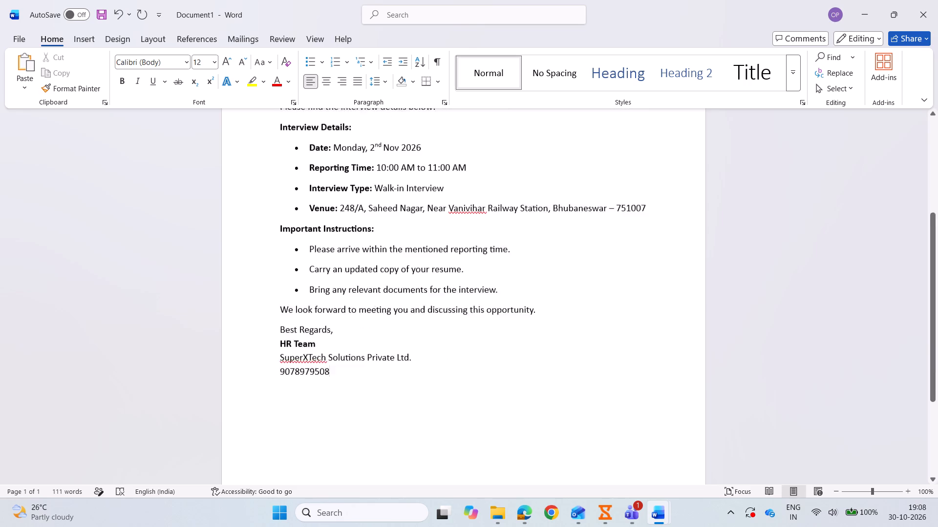
scroll(453, 374, down, 2)
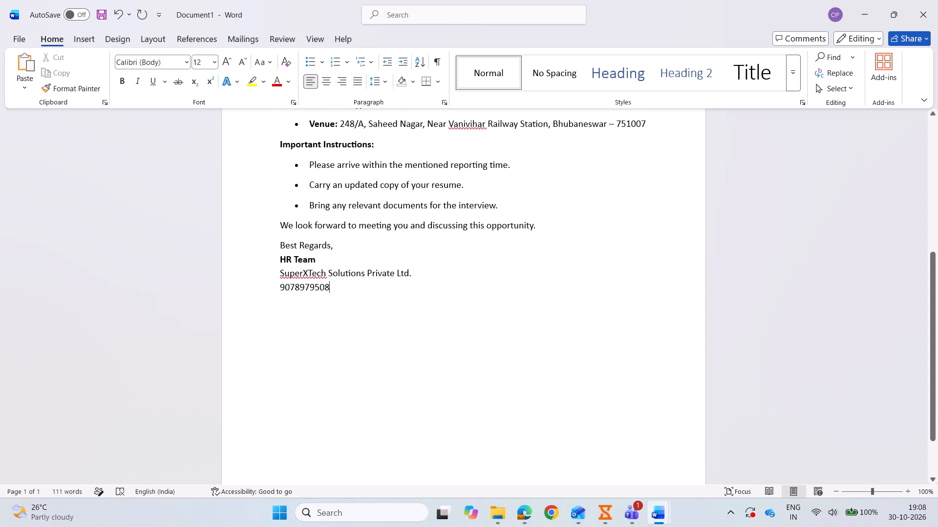
click(546, 229)
key(Return)
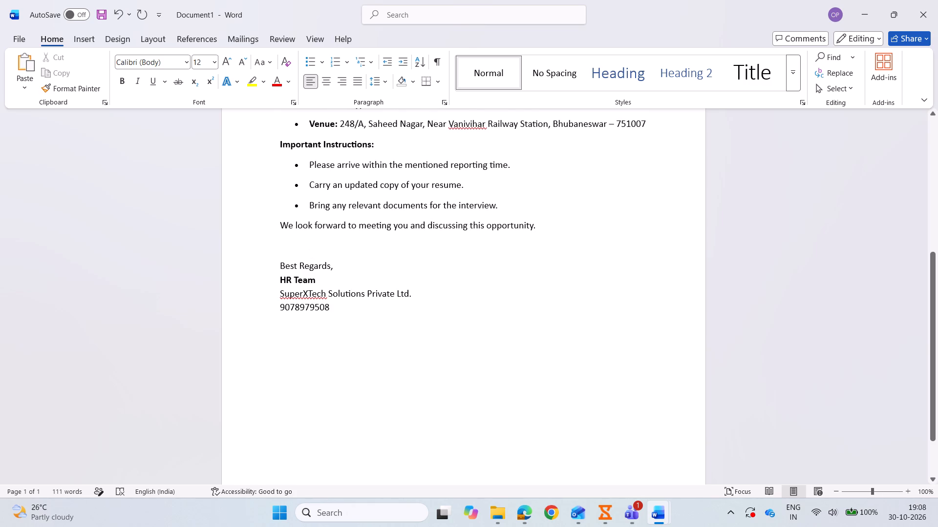
Review the whole invitation from the "Dear Candidate" greeting through the interview details to the signature.
scroll(334, 312, up, 10)
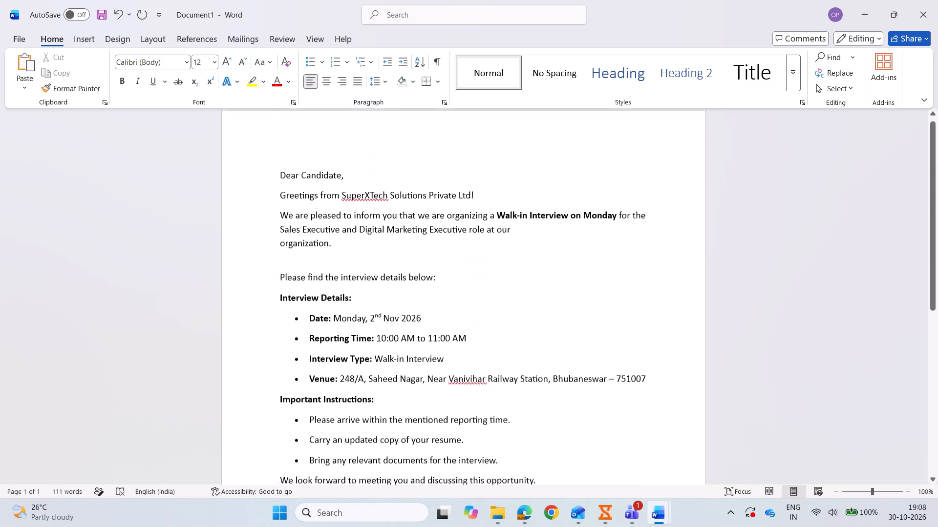
scroll(326, 312, up, 1)
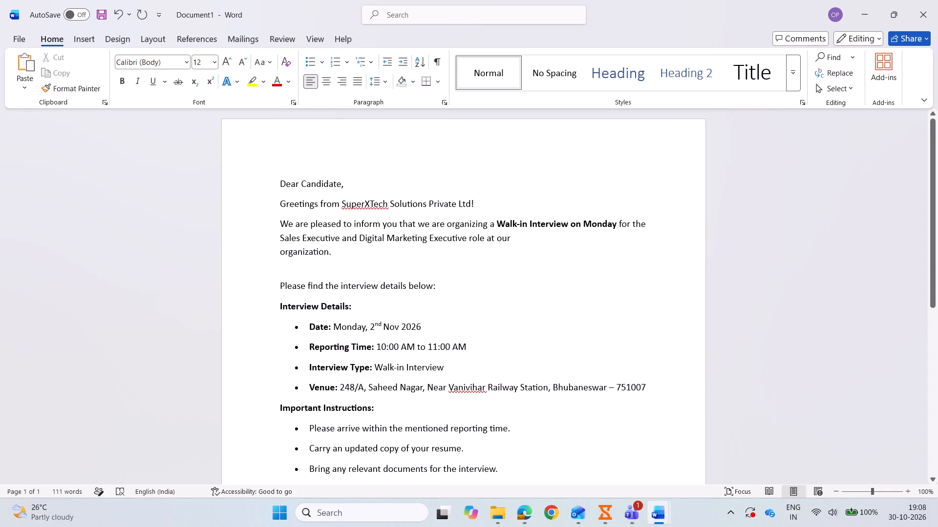
scroll(424, 265, down, 2)
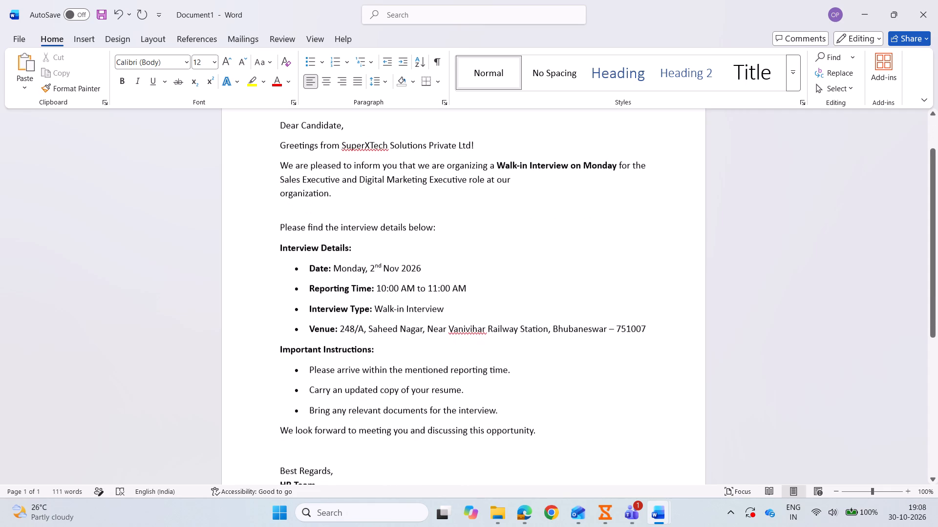
scroll(424, 265, down, 2)
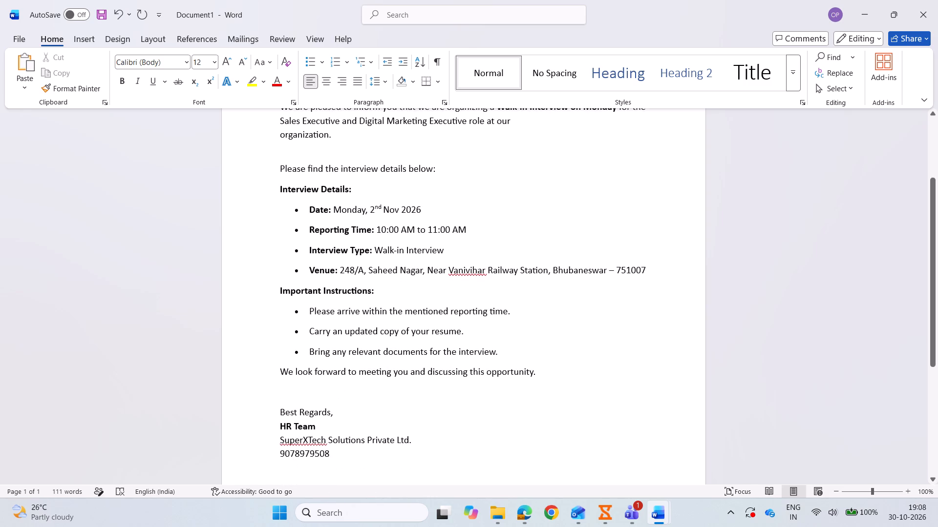
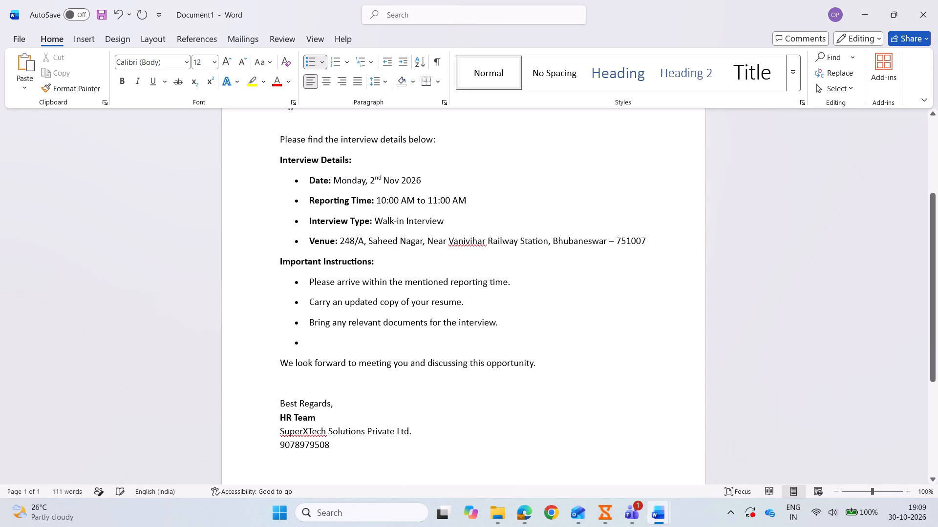
Remove the blank line above "Best Regards,".
click(274, 403)
key(BackSpace)
Review the invitation's layout and spacing from the "Dear Candidate" greeting down to the signature.
scroll(290, 399, up, 4)
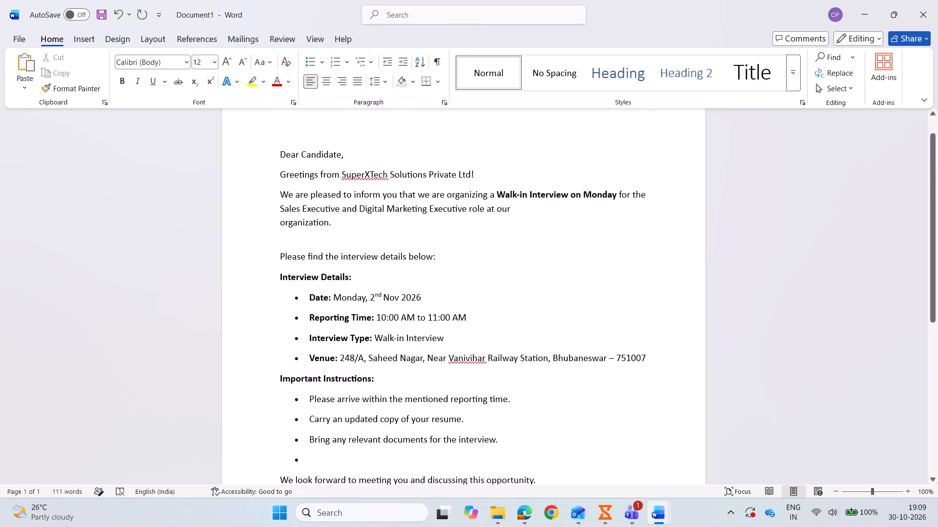
scroll(282, 243, up, 4)
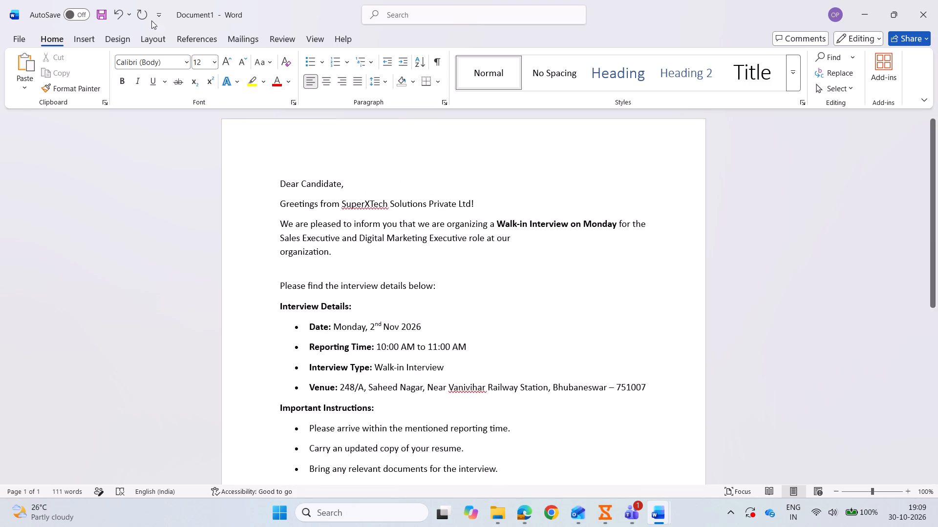
scroll(395, 333, down, 3)
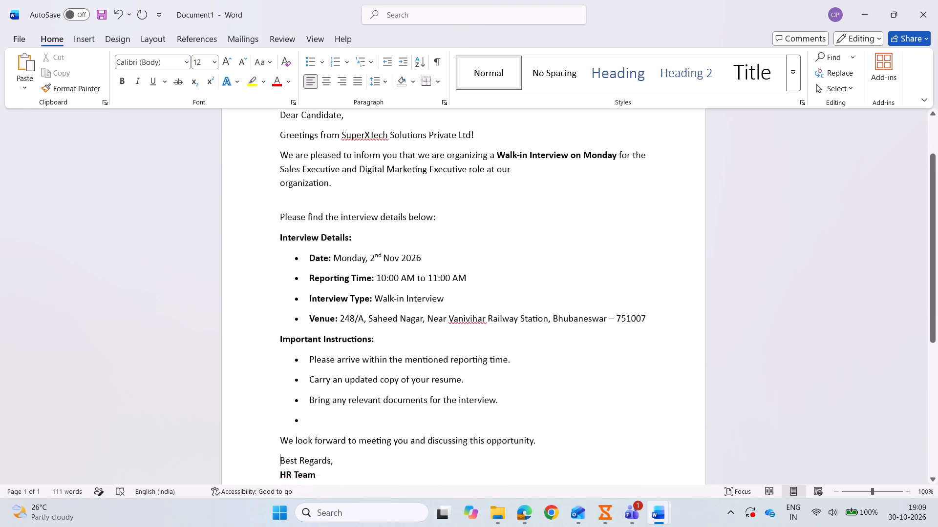
scroll(395, 333, down, 5)
scroll(395, 333, up, 4)
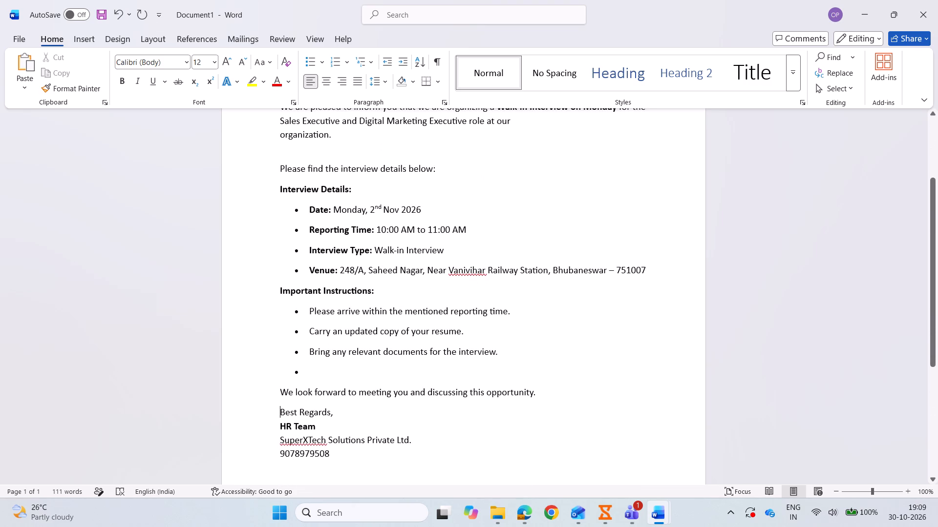
scroll(405, 311, up, 3)
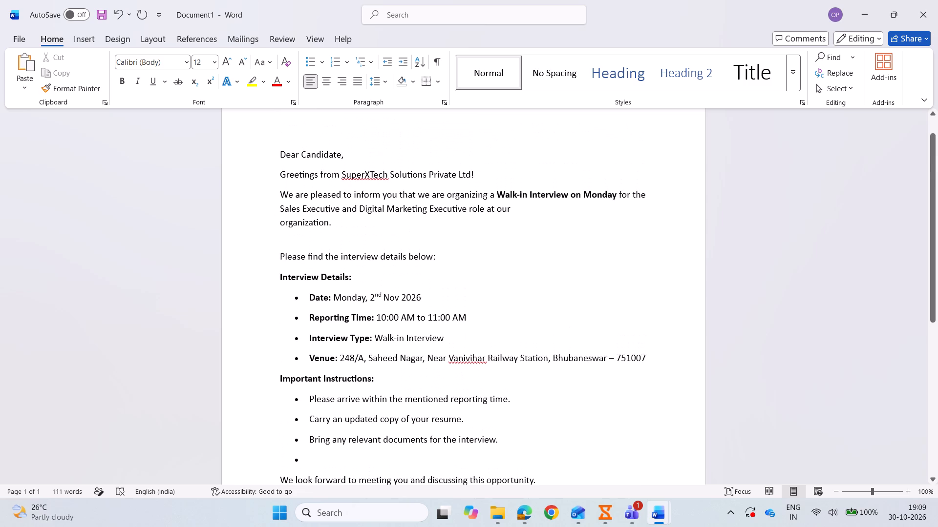
scroll(405, 310, down, 3)
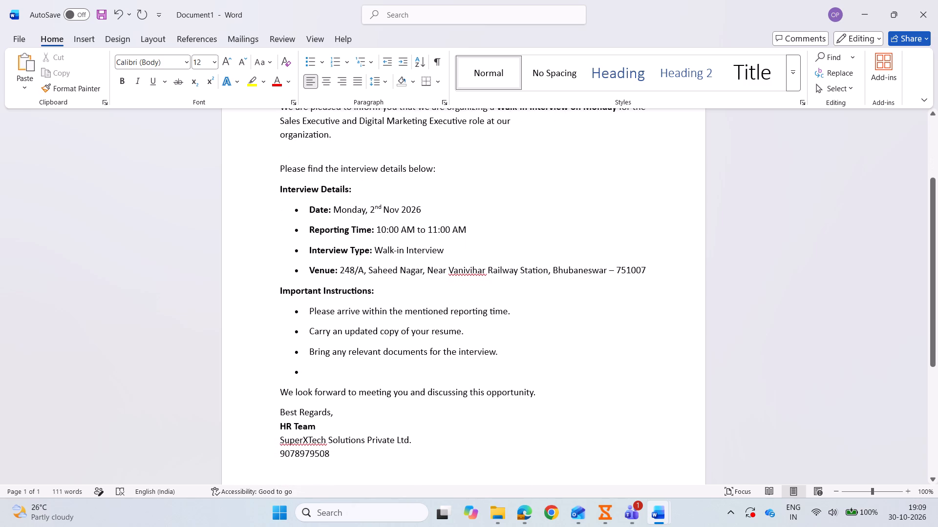
Remove the bullet from the empty line above the closing sentence, keeping it as a plain blank line.
click(317, 379)
key(BackSpace)
Insert a blank line between the Venue bullet and the "Important Instructions:" heading.
scroll(318, 379, up, 3)
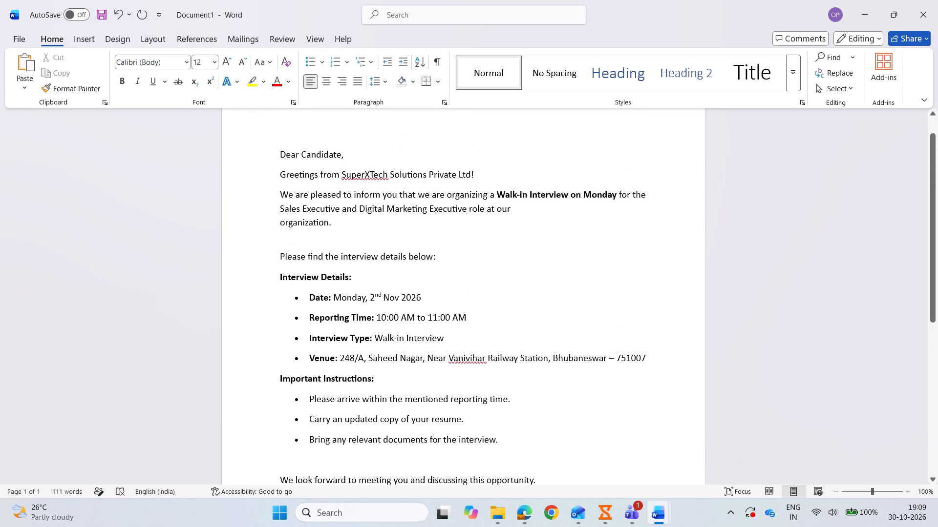
click(277, 375)
key(Return)
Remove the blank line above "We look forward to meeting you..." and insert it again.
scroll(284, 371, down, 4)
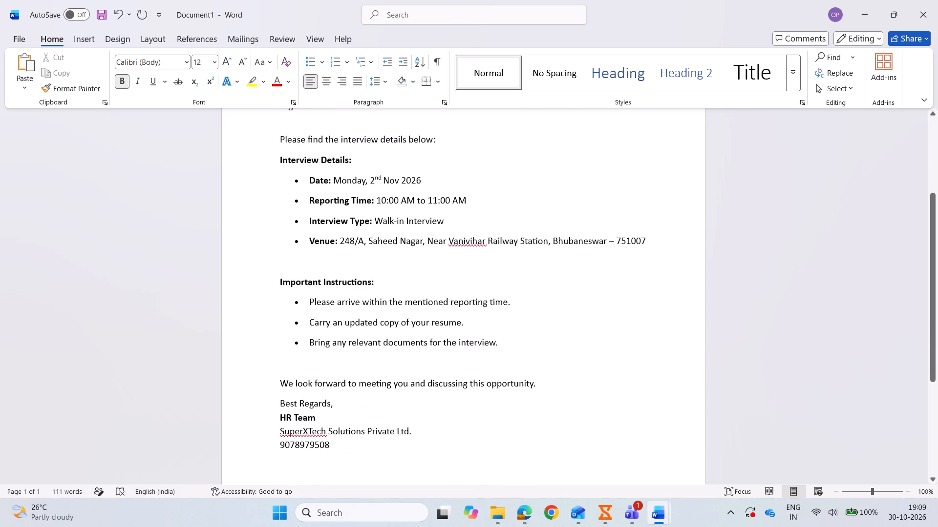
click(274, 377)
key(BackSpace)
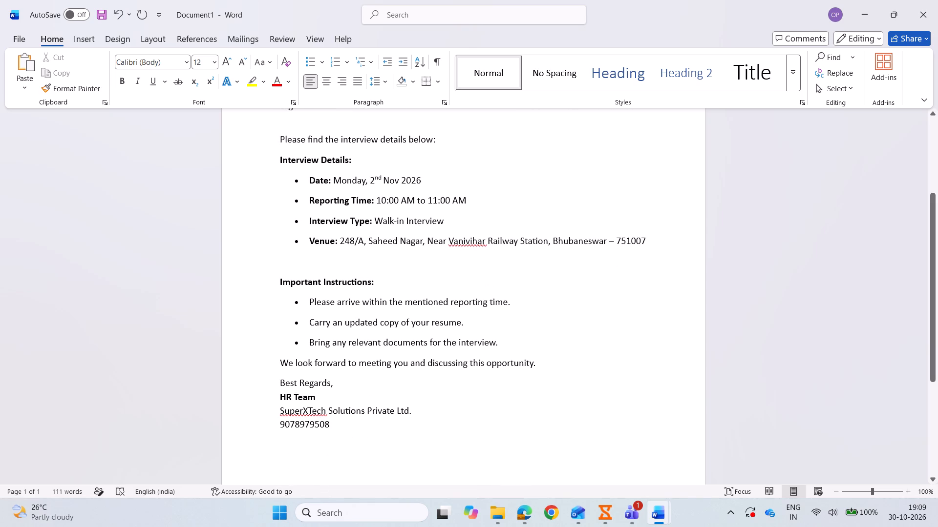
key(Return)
Start saving the document and replace the suggested file name with "Format".
scroll(407, 353, up, 1)
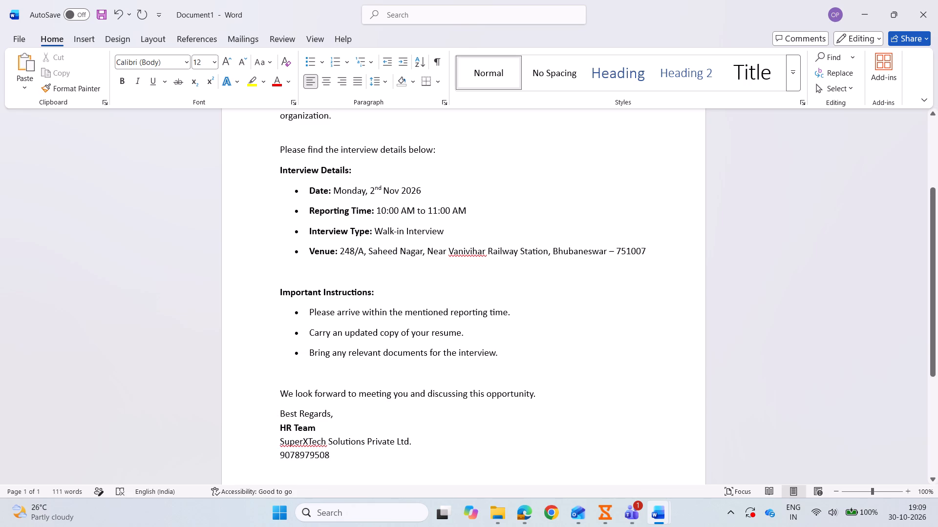
scroll(407, 353, up, 6)
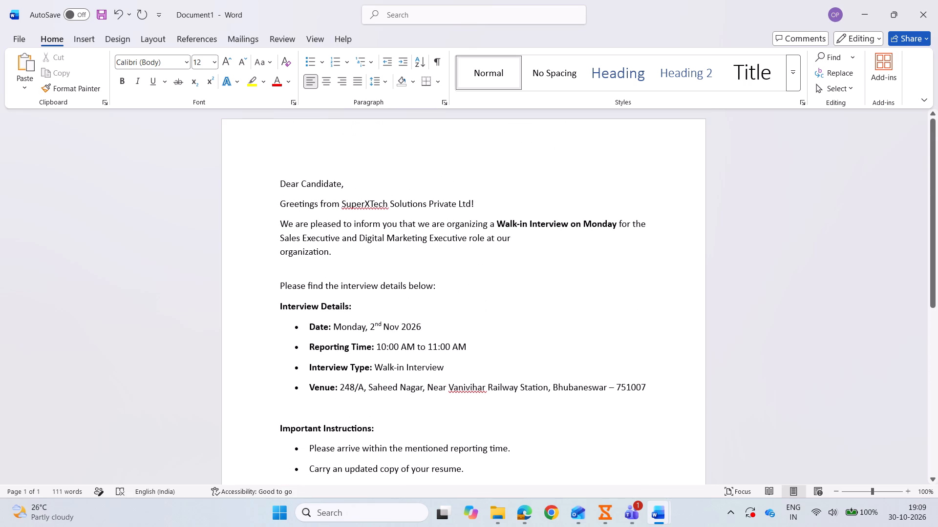
key(ctrl+s)
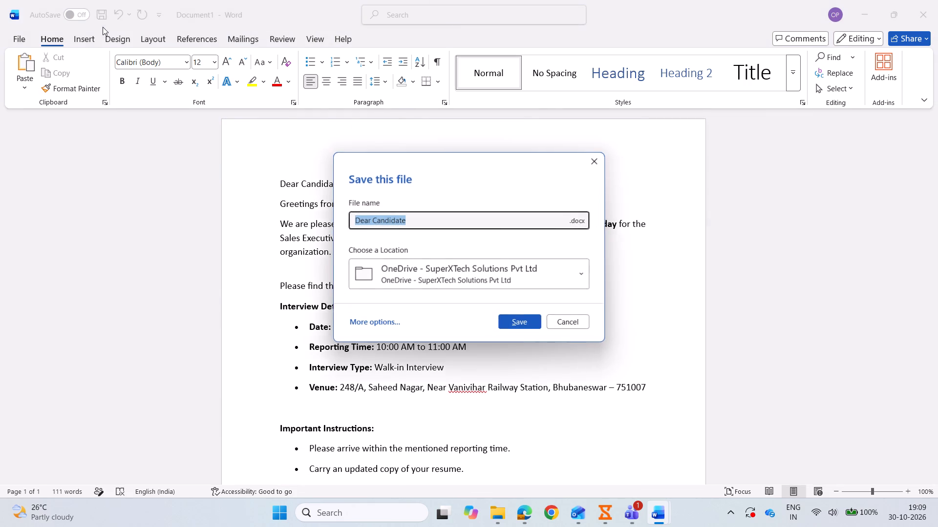
click(441, 222)
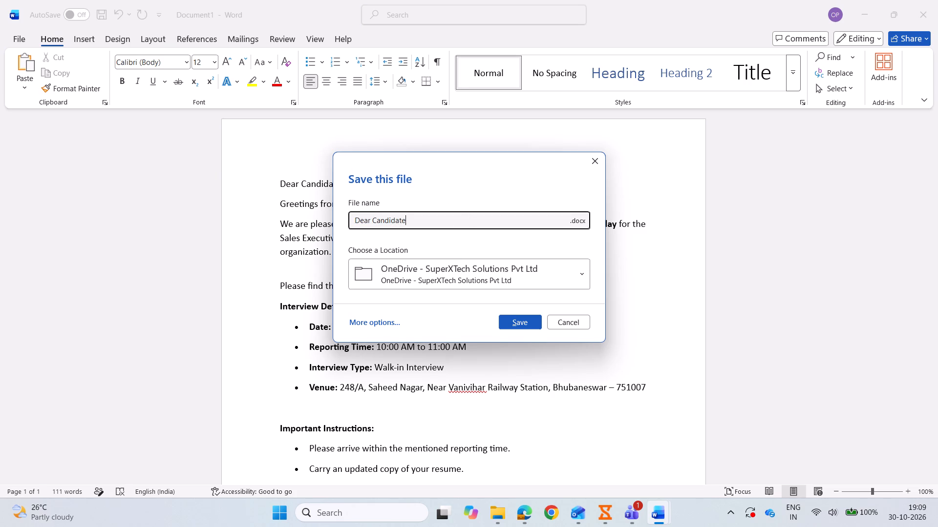
key(BackSpace)
key(BackSpace)
key(BackSpace)
key(BackSpace)
key(BackSpace)
key(BackSpace)
key(BackSpace)
key(BackSpace)
key(BackSpace)
key(BackSpace)
key(BackSpace)
key(BackSpace)
key(BackSpace)
key(BackSpace)
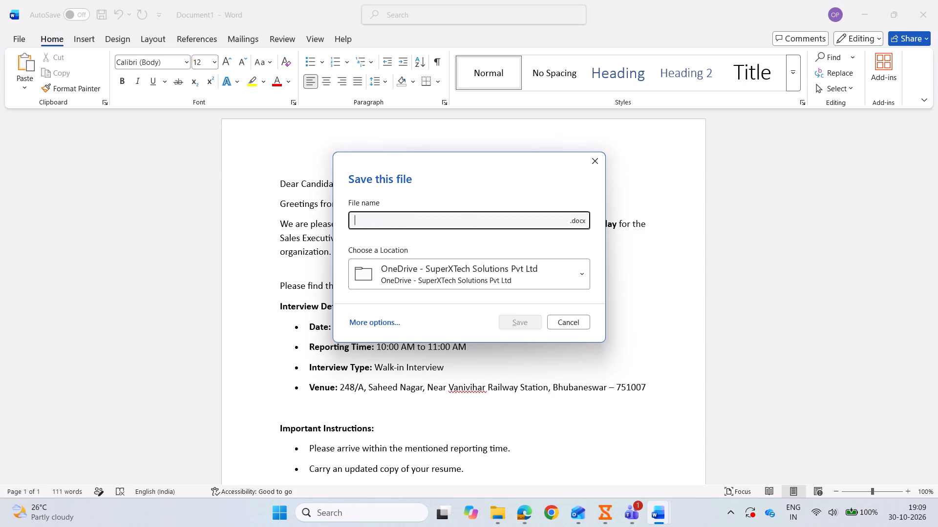
key(BackSpace)
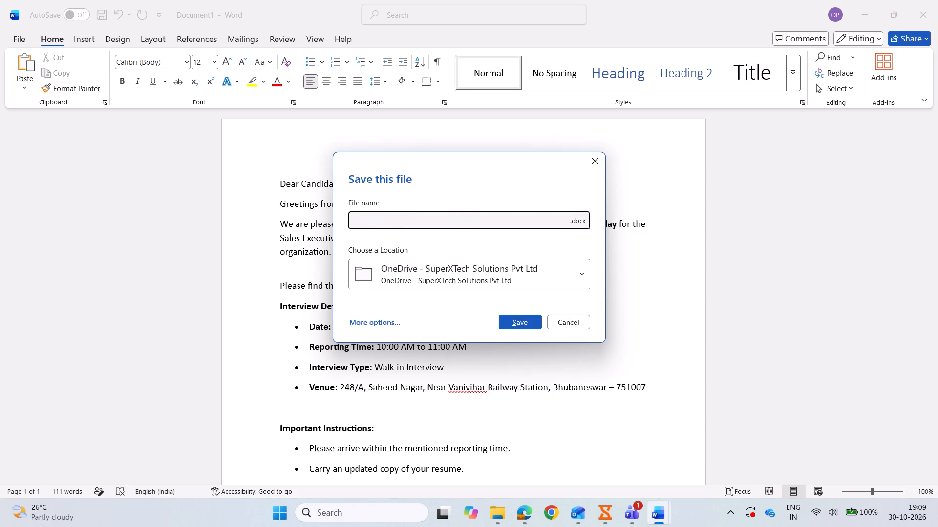
text(ormat)
click(559, 277)
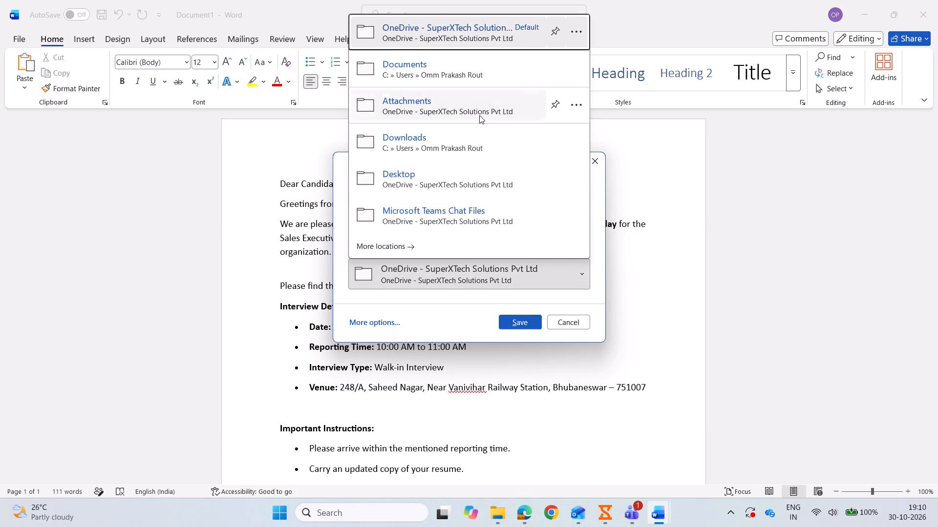
click(467, 148)
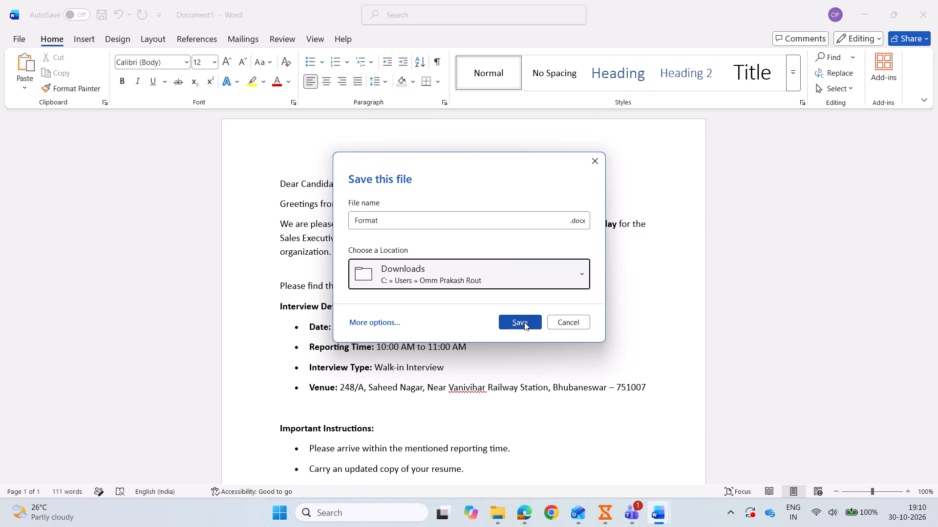
click(565, 275)
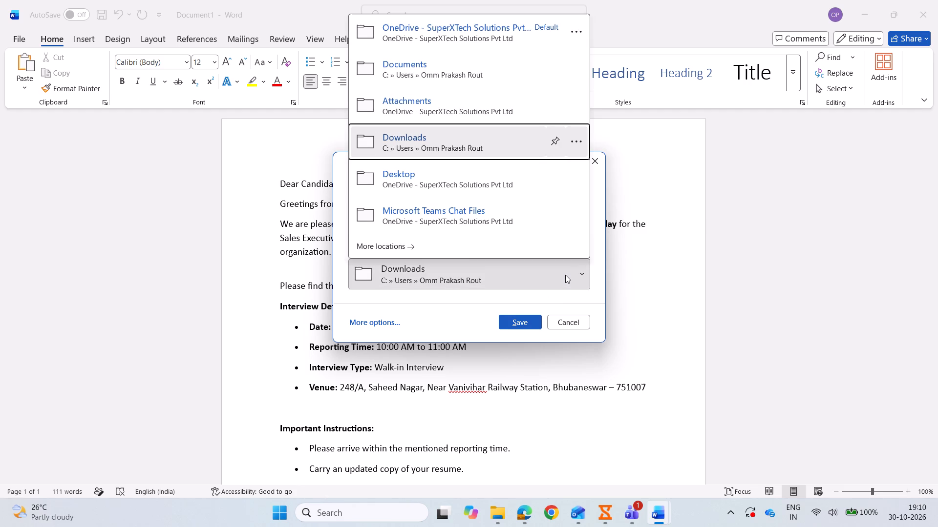
click(529, 185)
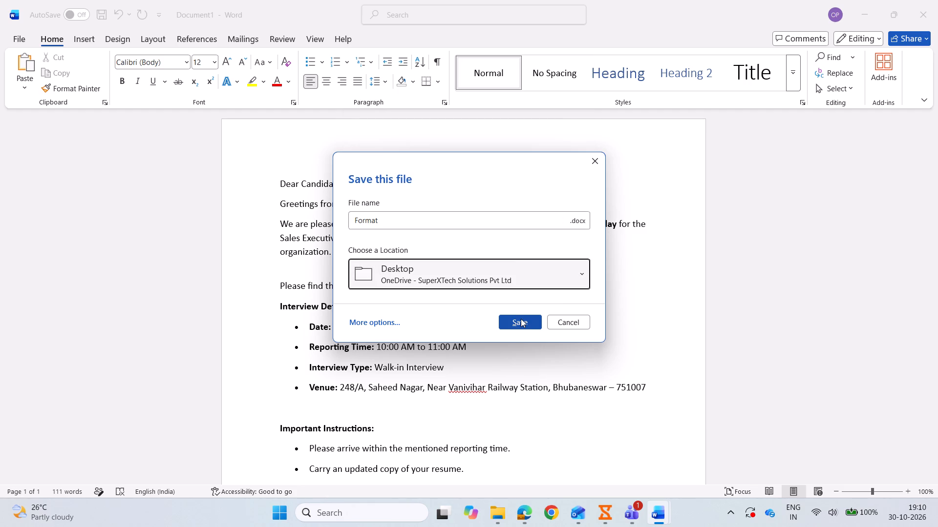